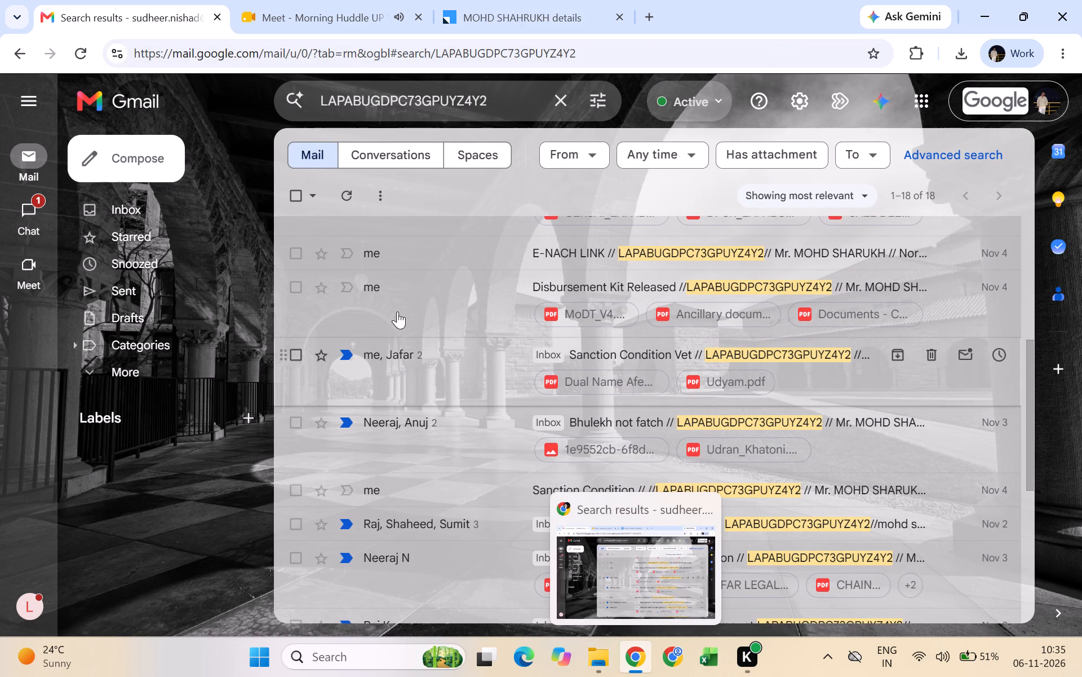
Switch to the LeadSquared loan record and open the primary applicant's edit form in the Address Update stage of Post Sanction.
{"action": "left_click", "coordinate": [522, 10]}
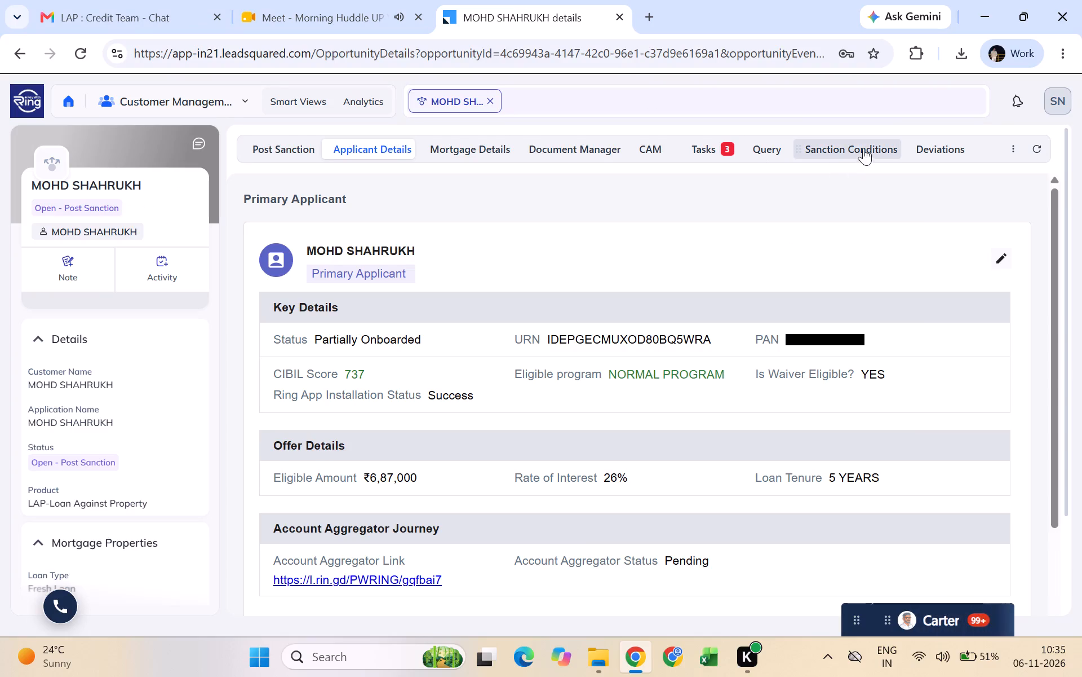
{"action": "double_click", "coordinate": [305, 145]}
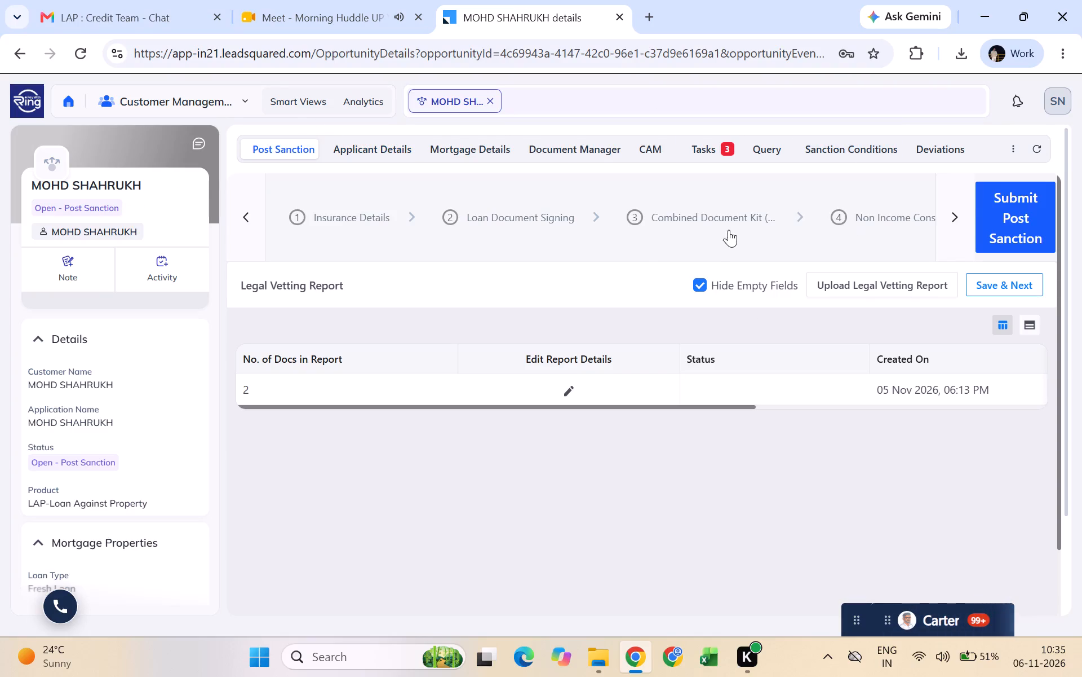
{"action": "scroll", "coordinate": [865, 216], "scroll_direction": "left", "scroll_amount": 6}
{"action": "left_click", "coordinate": [877, 213]}
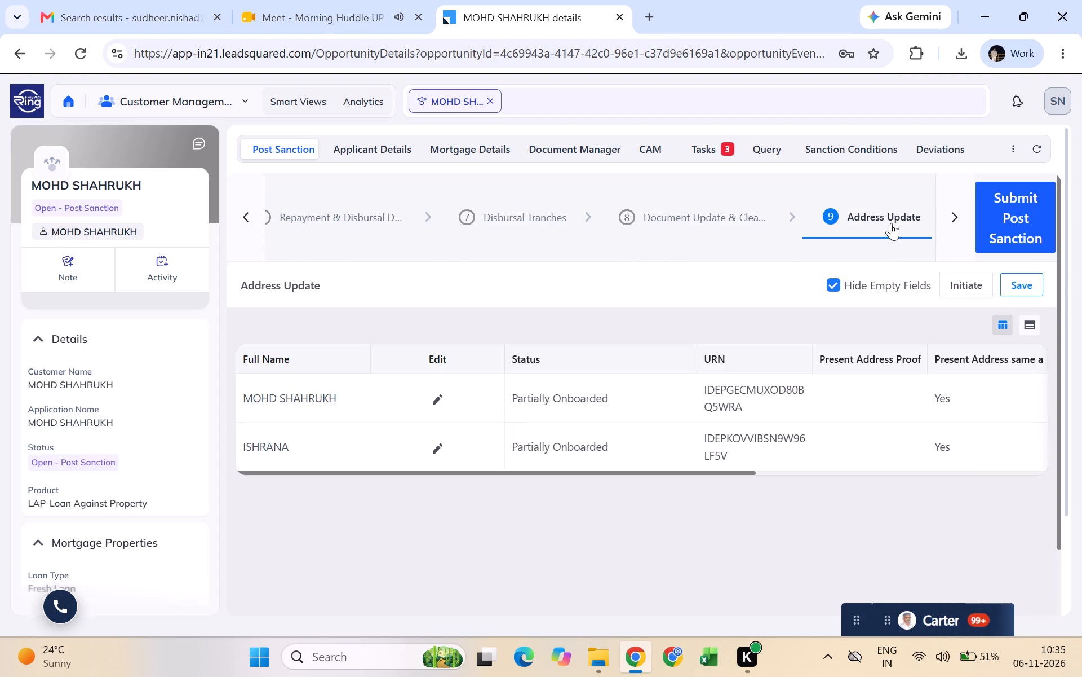
{"action": "left_click", "coordinate": [437, 395]}
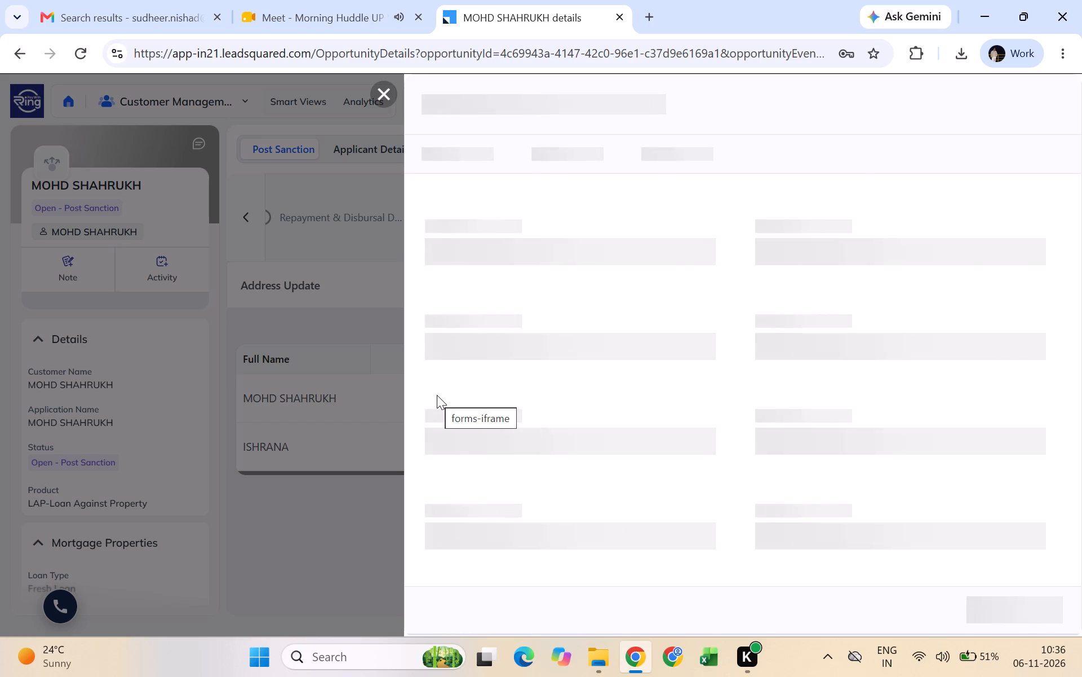
Enable property address editing by setting both Change Address and Property Address - Change Property Address to Yes.
{"action": "scroll", "coordinate": [589, 439], "scroll_direction": "down", "scroll_amount": 2}
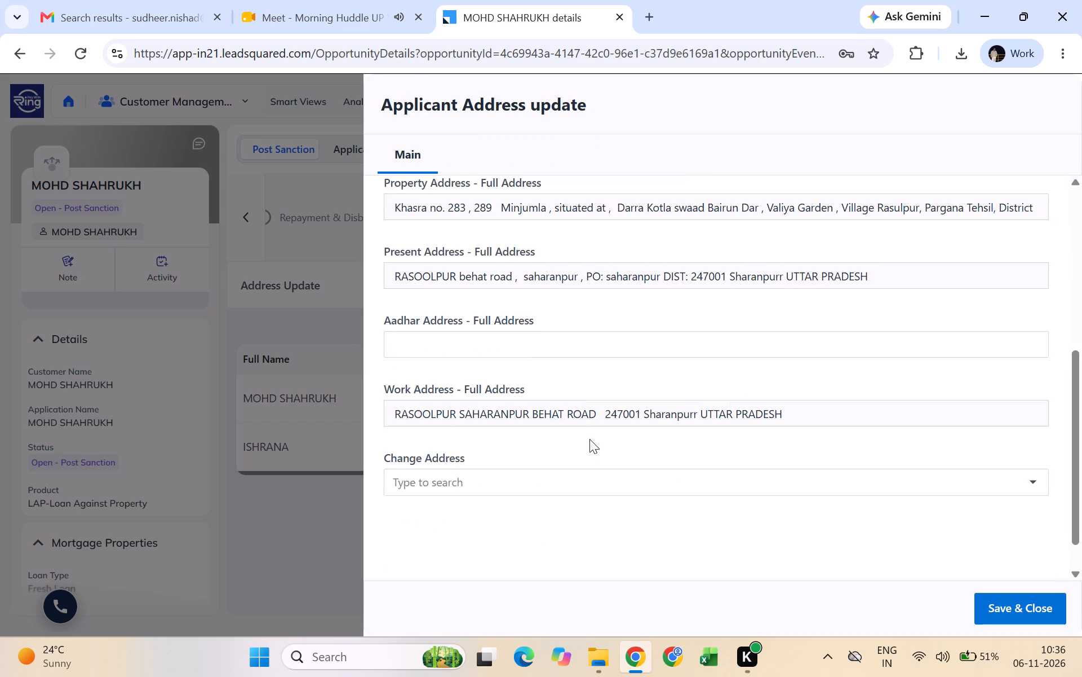
{"action": "scroll", "coordinate": [589, 439], "scroll_direction": "down", "scroll_amount": 1}
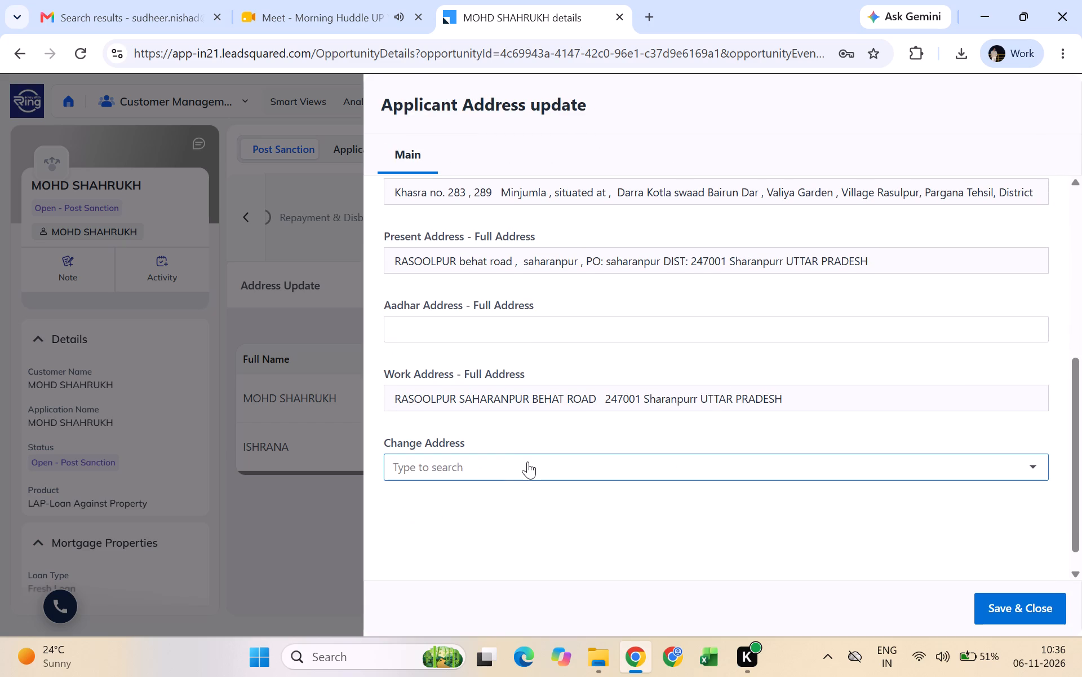
{"action": "left_click", "coordinate": [510, 455]}
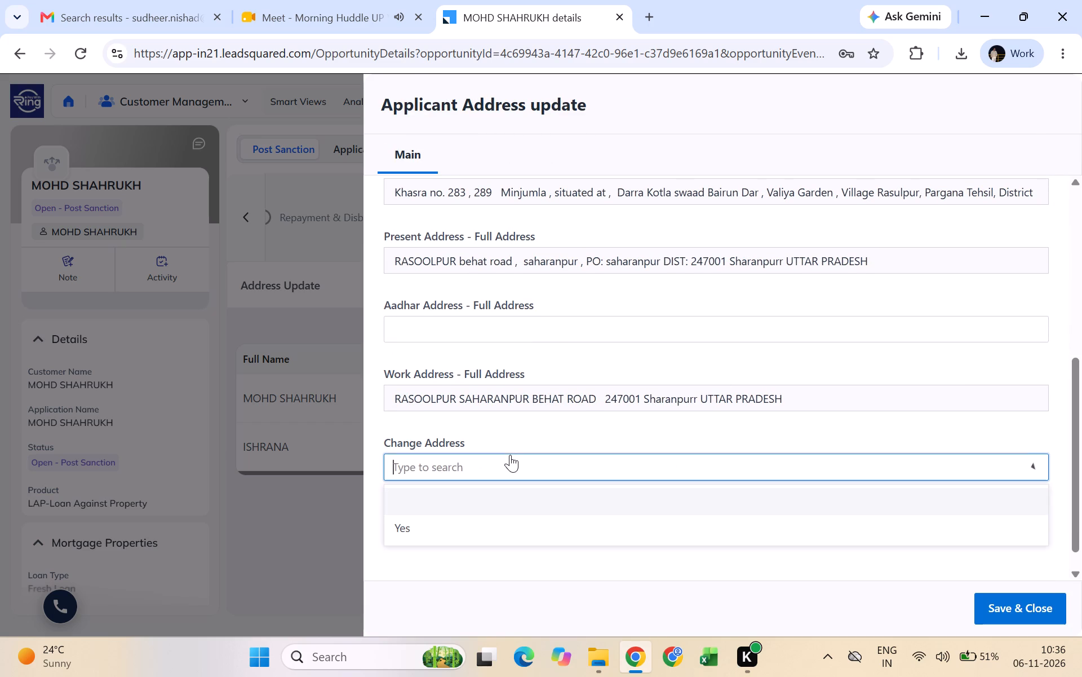
{"action": "left_click", "coordinate": [462, 530]}
{"action": "scroll", "coordinate": [714, 452], "scroll_direction": "down", "scroll_amount": 2}
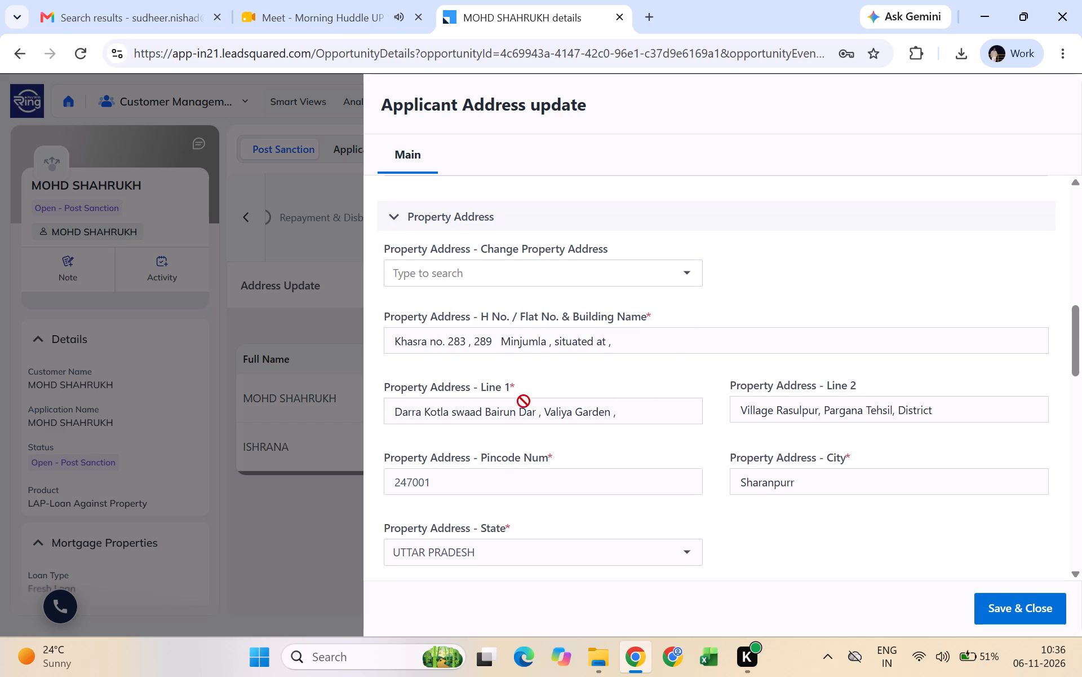
{"action": "left_click_drag", "start_coordinate": [598, 274], "coordinate": [573, 330]}
{"action": "left_click", "coordinate": [573, 330]}
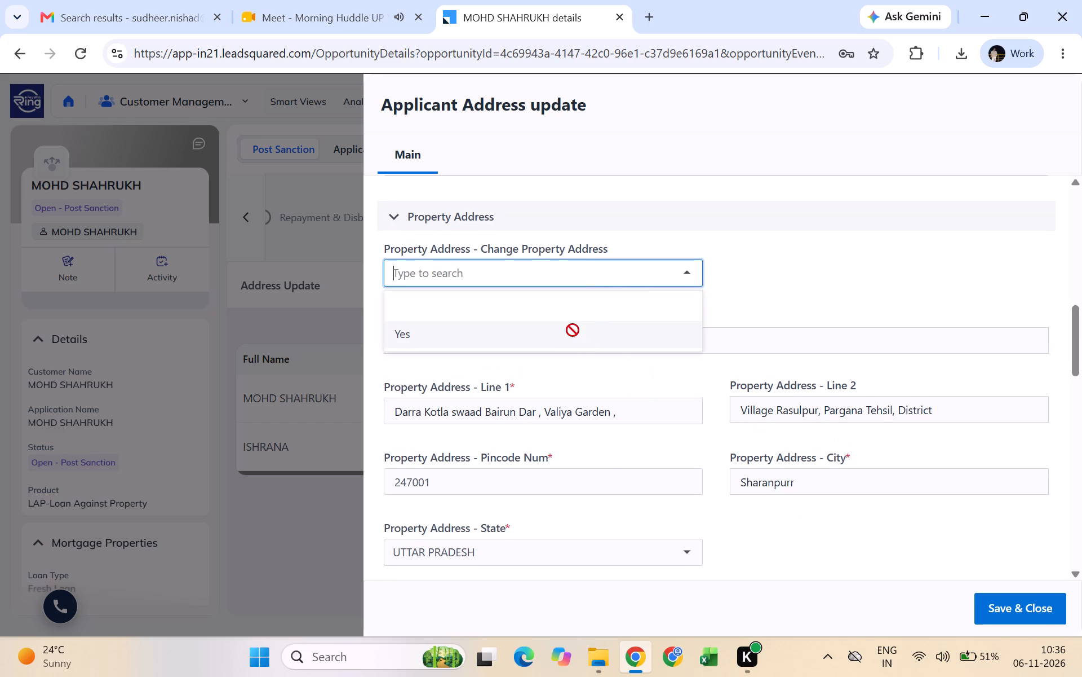
Re-enter the last digit of the property address pincode, keeping the same pincode.
{"action": "scroll", "coordinate": [614, 466], "scroll_direction": "down", "scroll_amount": 1}
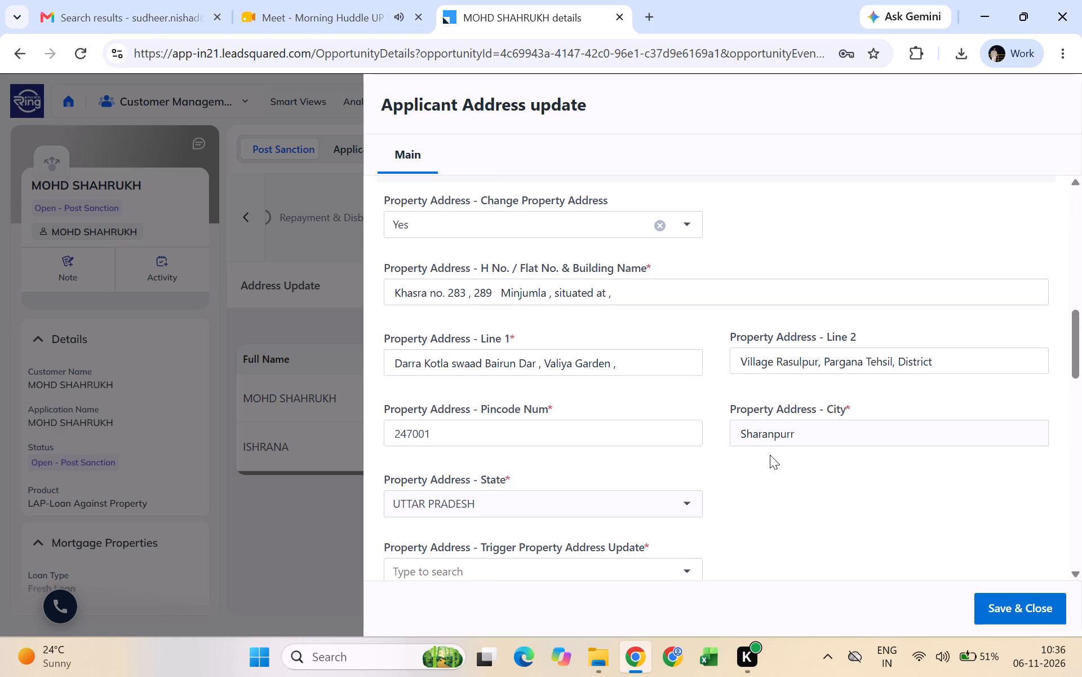
{"action": "left_click", "coordinate": [432, 437]}
{"action": "key", "text": "BackSpace"}
{"action": "key", "text": "1"}
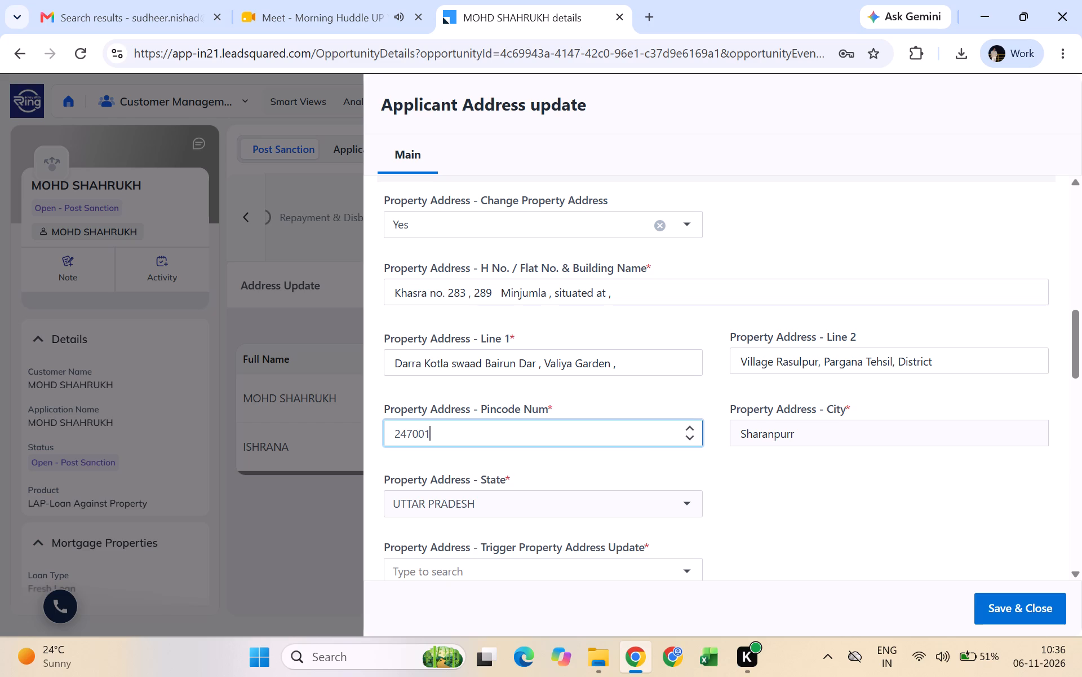
{"action": "left_click", "coordinate": [805, 513]}
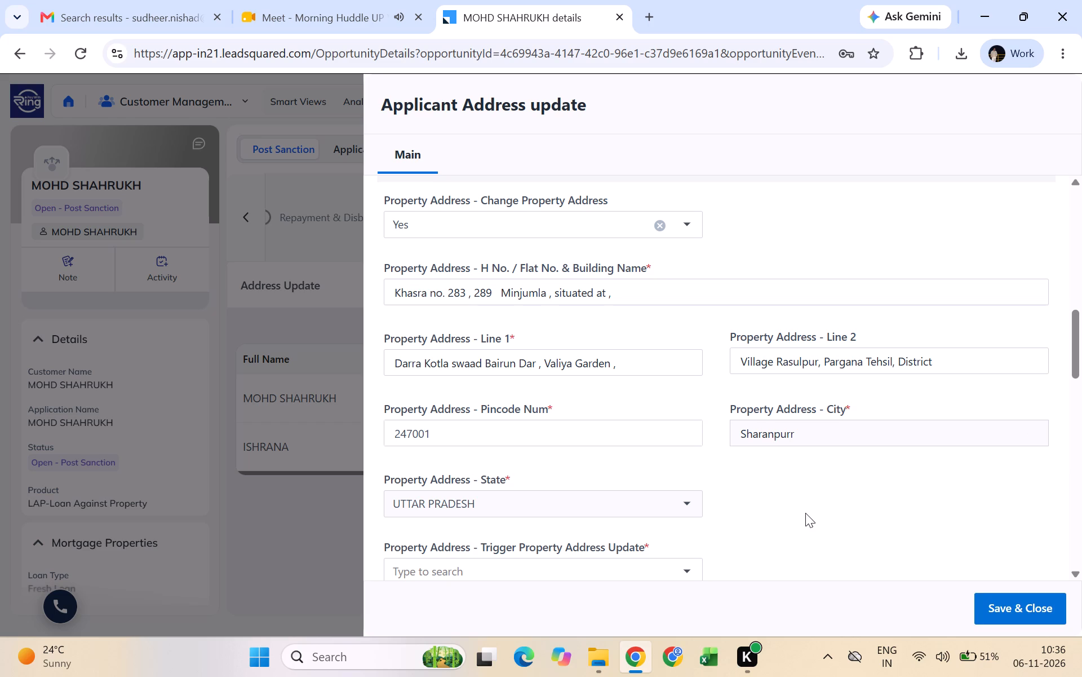
{"action": "left_click", "coordinate": [445, 433]}
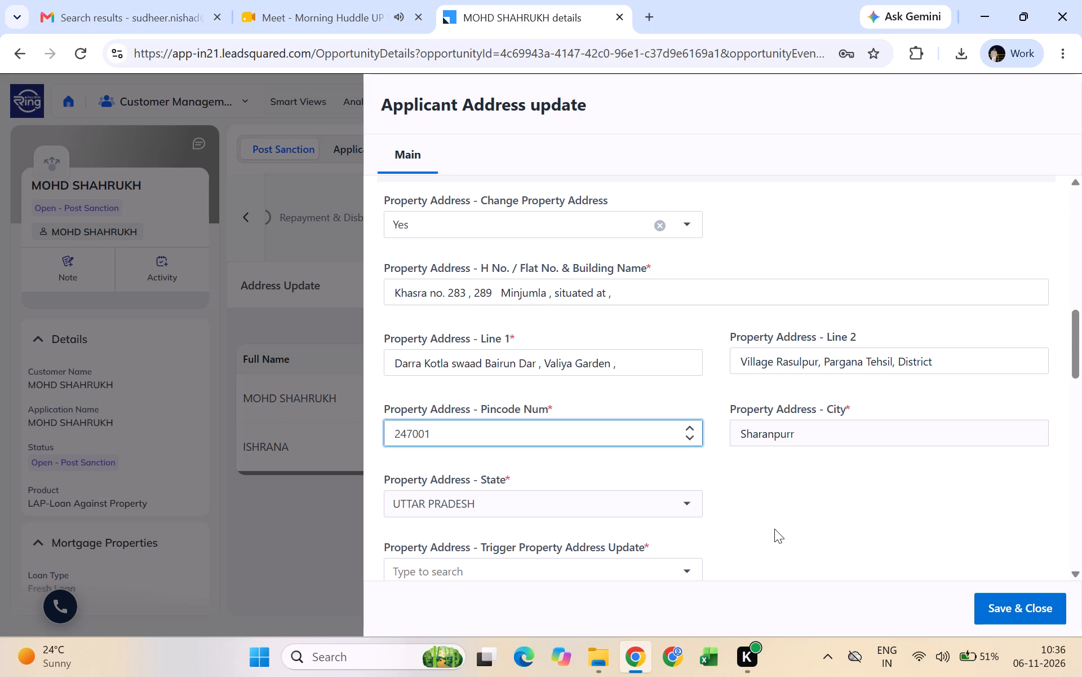
{"action": "left_click", "coordinate": [778, 527]}
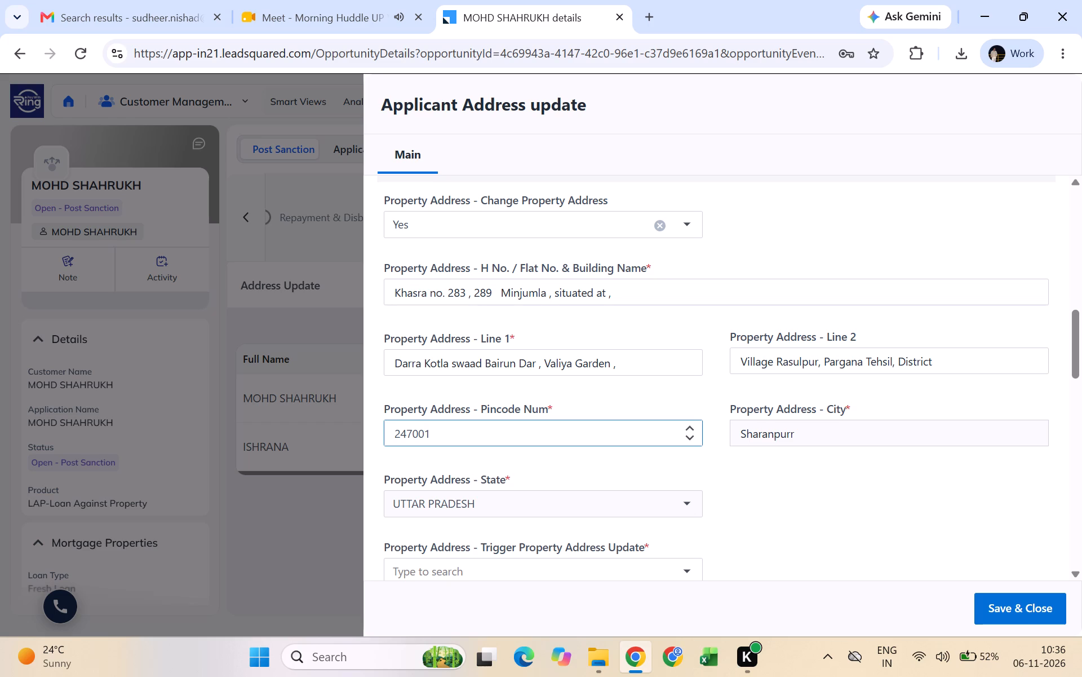
{"action": "left_click", "coordinate": [437, 437]}
{"action": "key", "text": "BackSpace"}
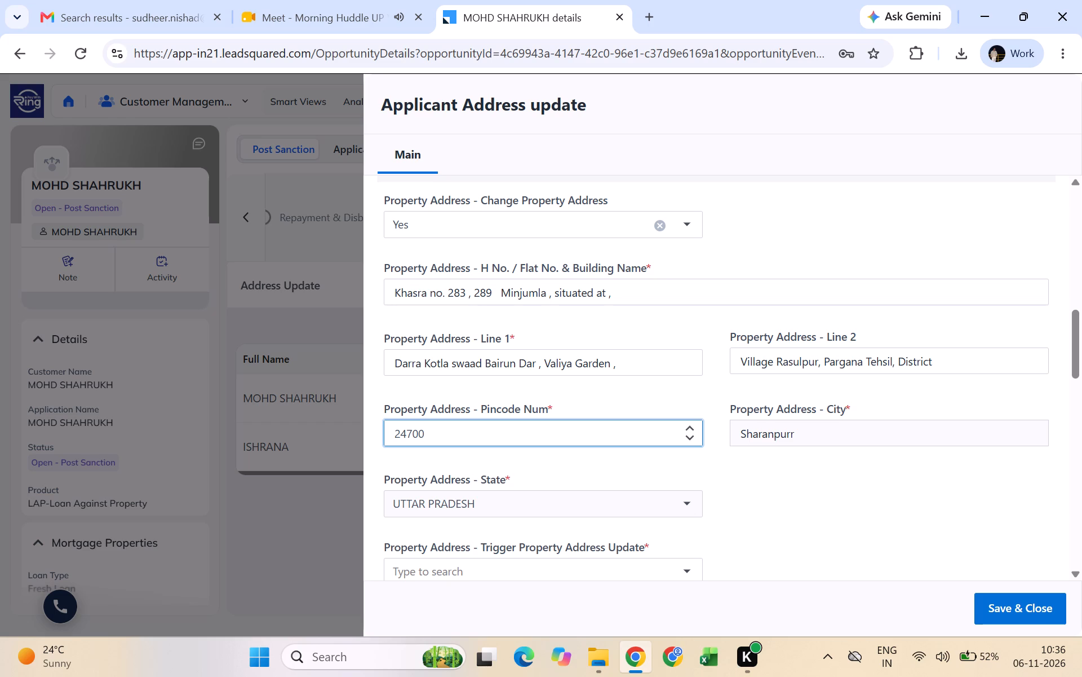
{"action": "key", "text": "1"}
{"action": "left_click", "coordinate": [909, 511]}
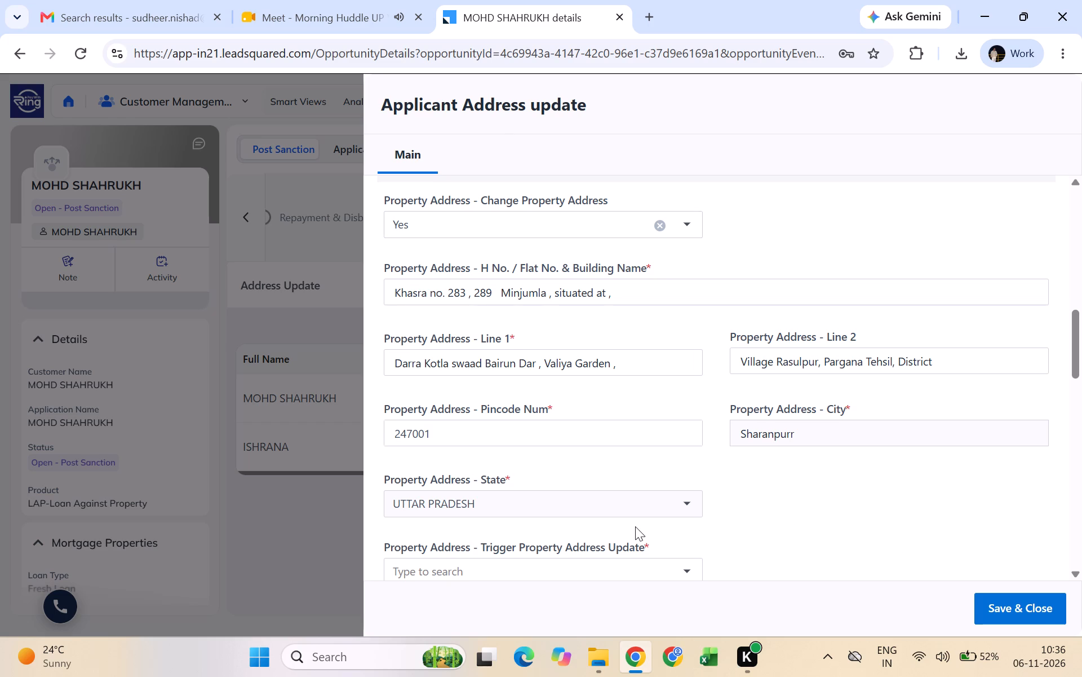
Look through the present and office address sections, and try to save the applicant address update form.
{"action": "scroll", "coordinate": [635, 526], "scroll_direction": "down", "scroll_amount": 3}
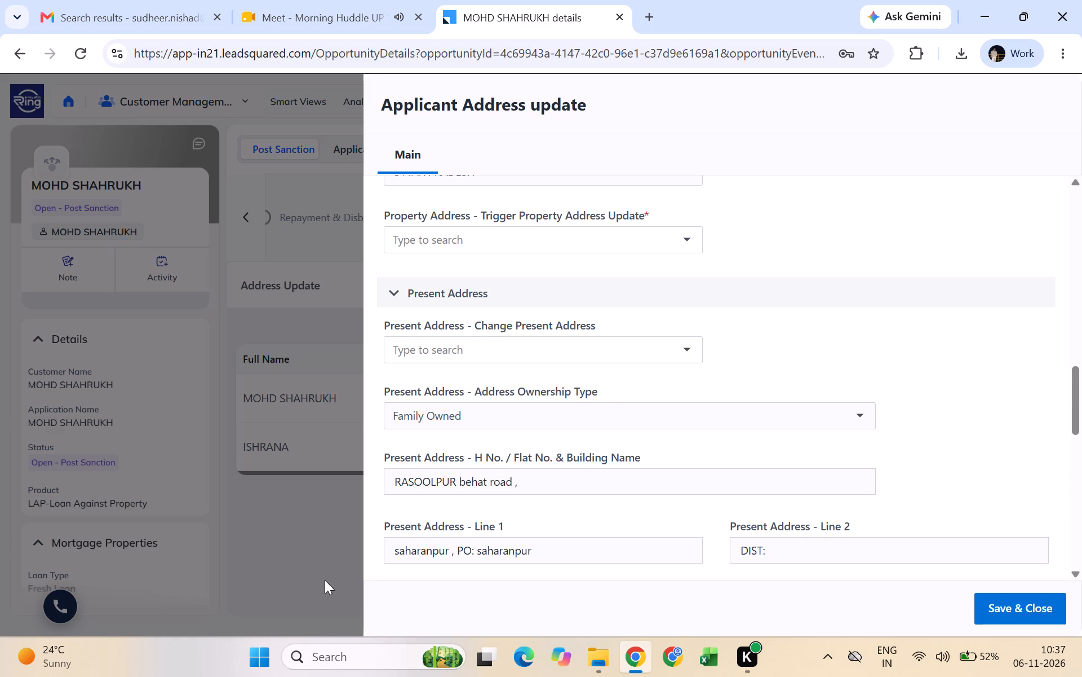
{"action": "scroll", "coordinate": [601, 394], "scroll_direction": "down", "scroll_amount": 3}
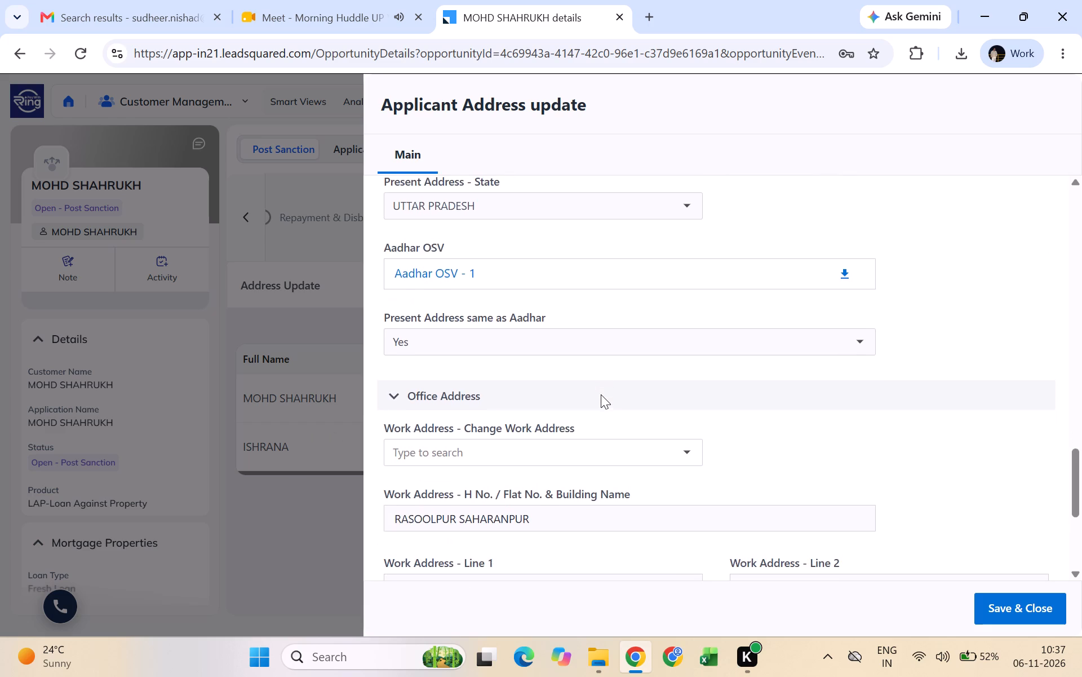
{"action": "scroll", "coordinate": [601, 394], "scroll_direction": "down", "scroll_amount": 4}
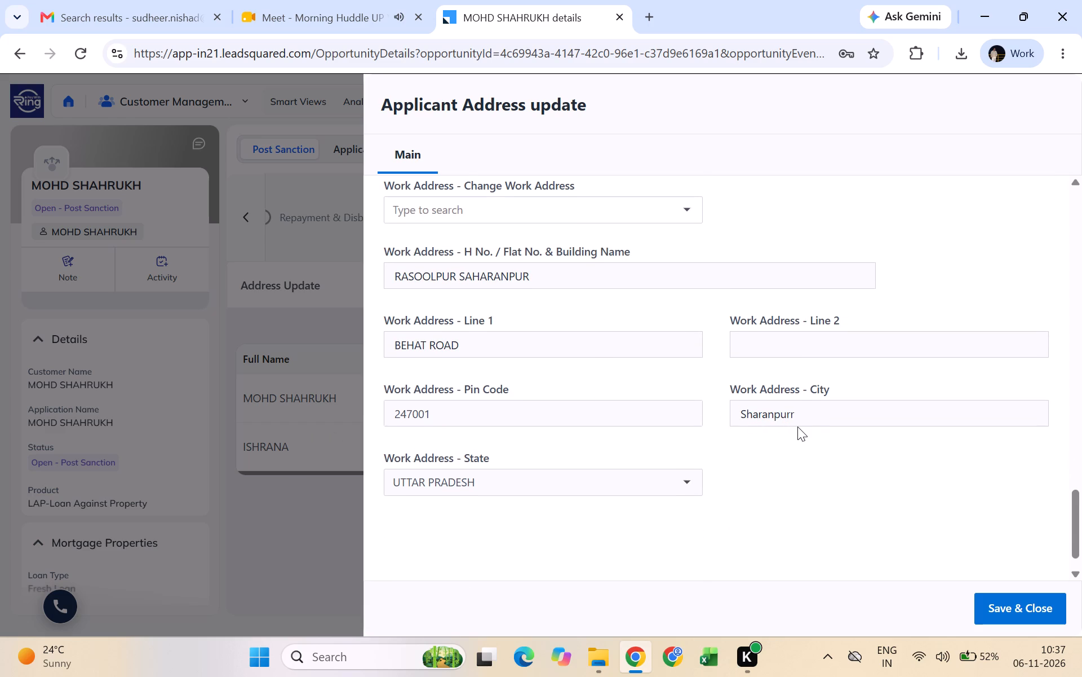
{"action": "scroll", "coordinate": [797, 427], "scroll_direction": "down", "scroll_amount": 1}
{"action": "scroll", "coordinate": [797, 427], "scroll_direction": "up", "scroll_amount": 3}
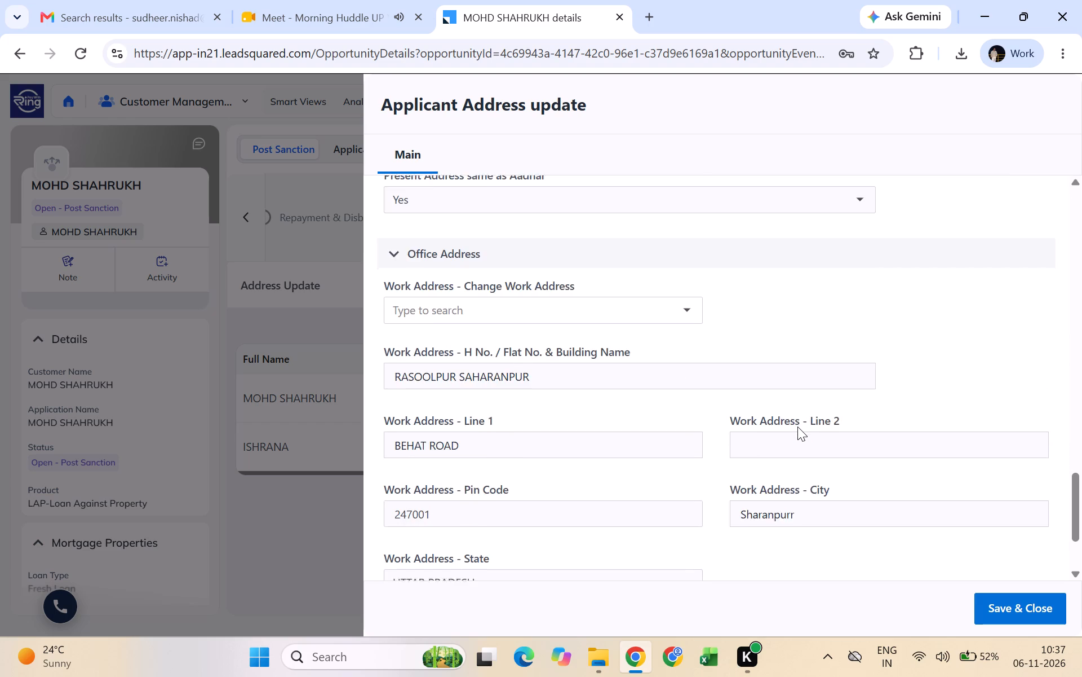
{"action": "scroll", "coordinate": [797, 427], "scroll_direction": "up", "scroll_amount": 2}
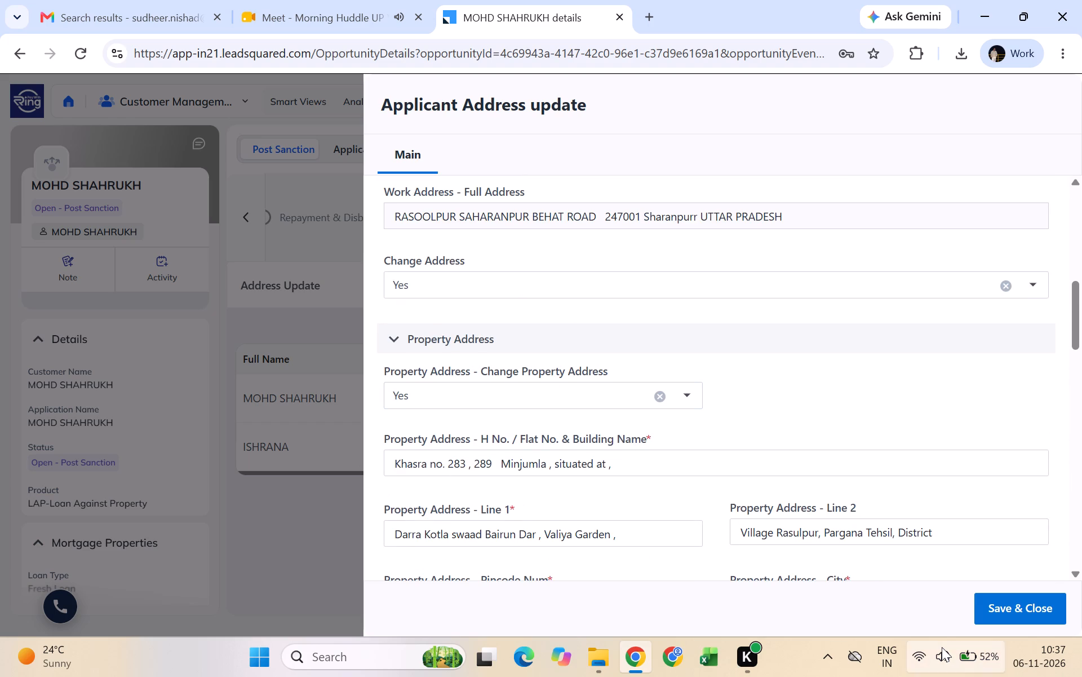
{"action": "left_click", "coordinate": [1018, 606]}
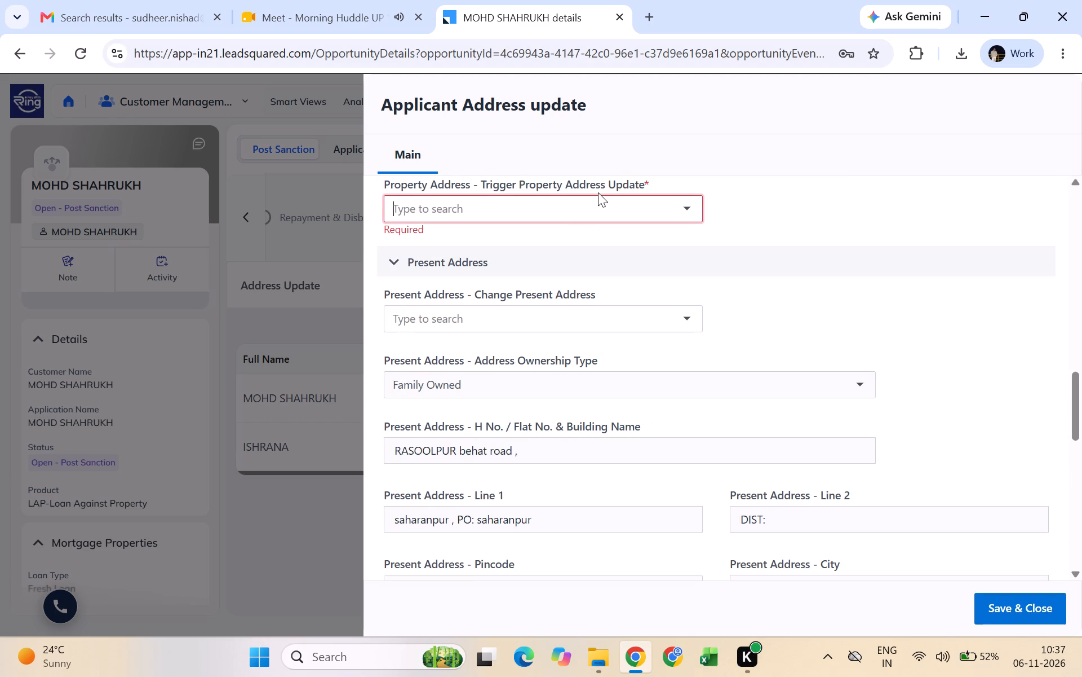
Set Property Address - Trigger Property Address Update to Yes, and save and close the applicant address form.
{"action": "left_click_drag", "start_coordinate": [598, 192], "coordinate": [602, 202]}
{"action": "left_click", "coordinate": [602, 202]}
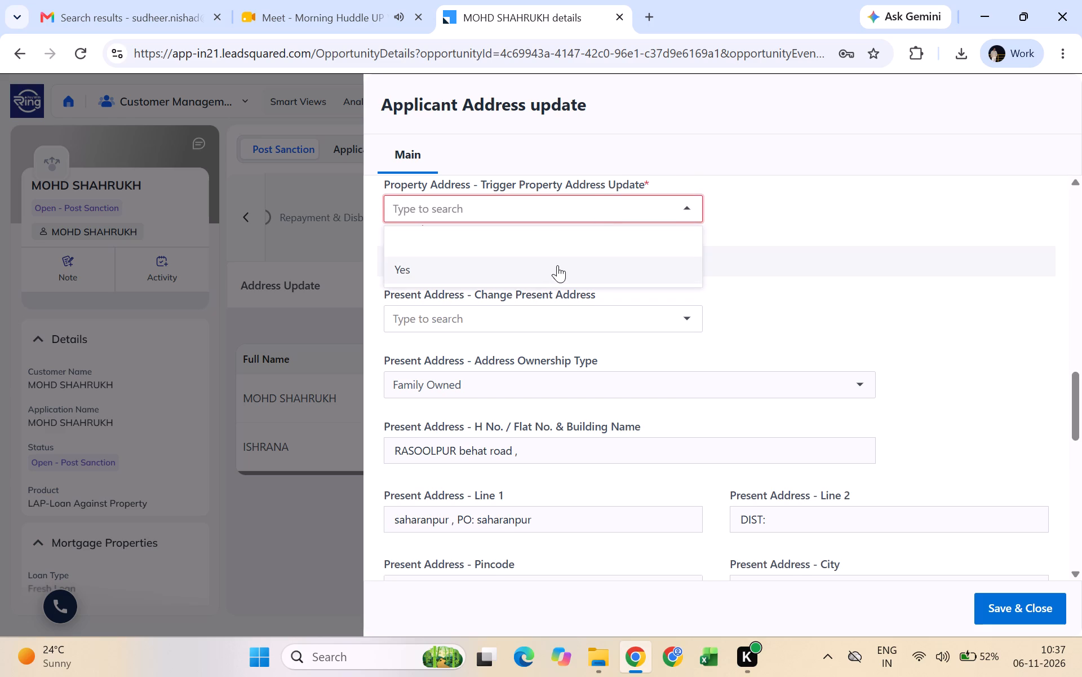
{"action": "left_click", "coordinate": [557, 265]}
{"action": "scroll", "coordinate": [707, 546], "scroll_direction": "right", "scroll_amount": 2}
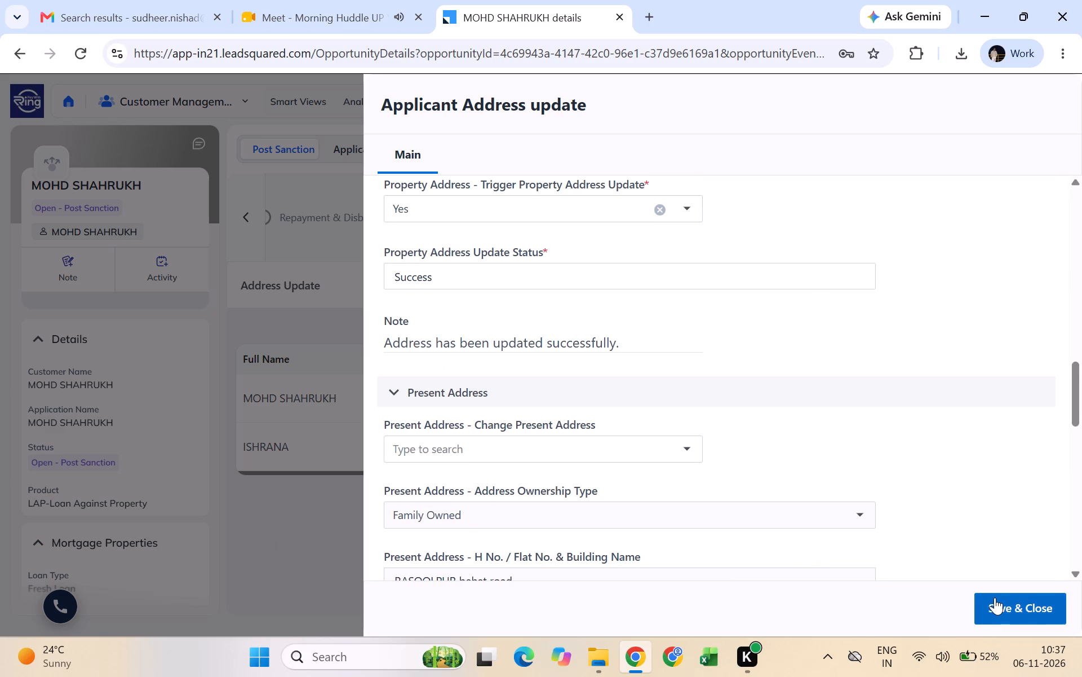
{"action": "left_click", "coordinate": [995, 597]}
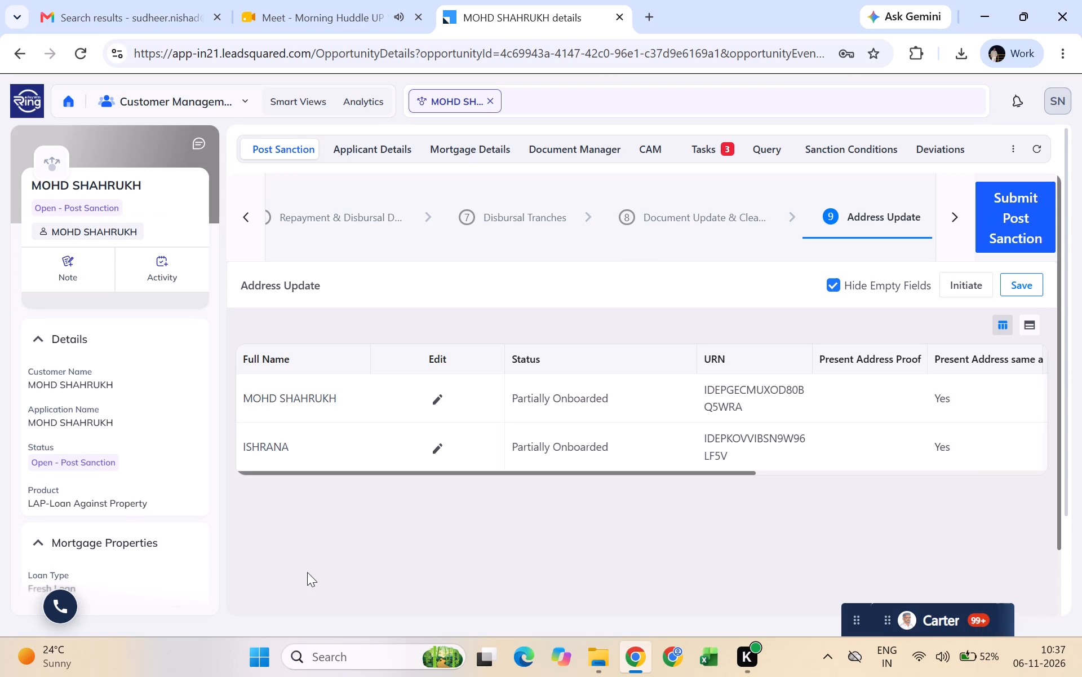
{"action": "left_click", "coordinate": [307, 572]}
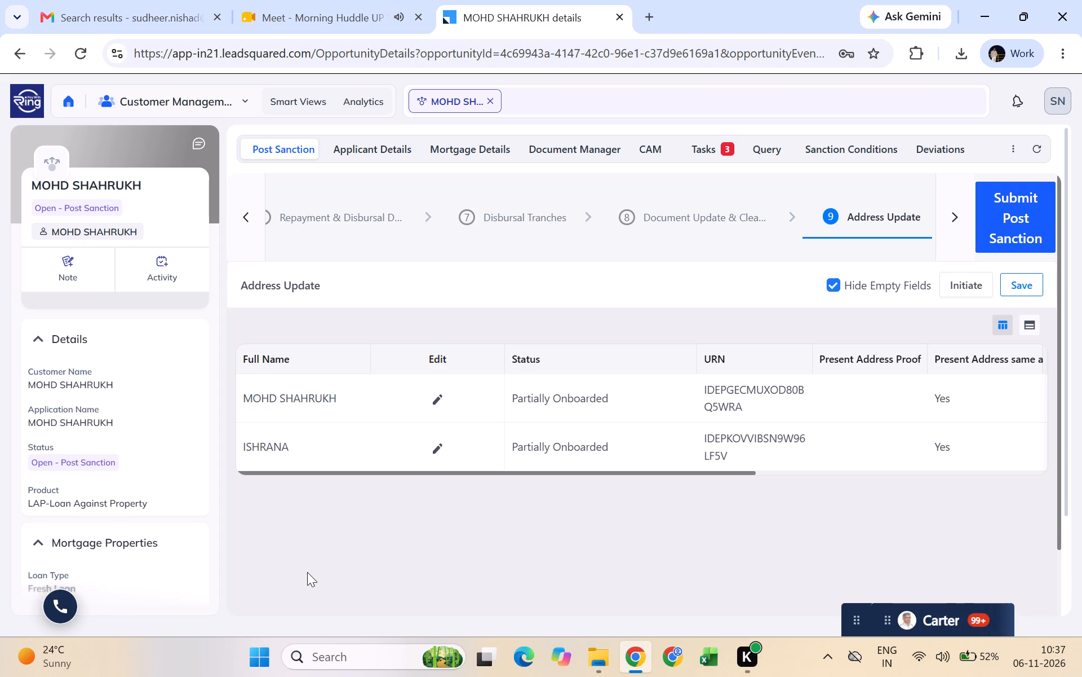
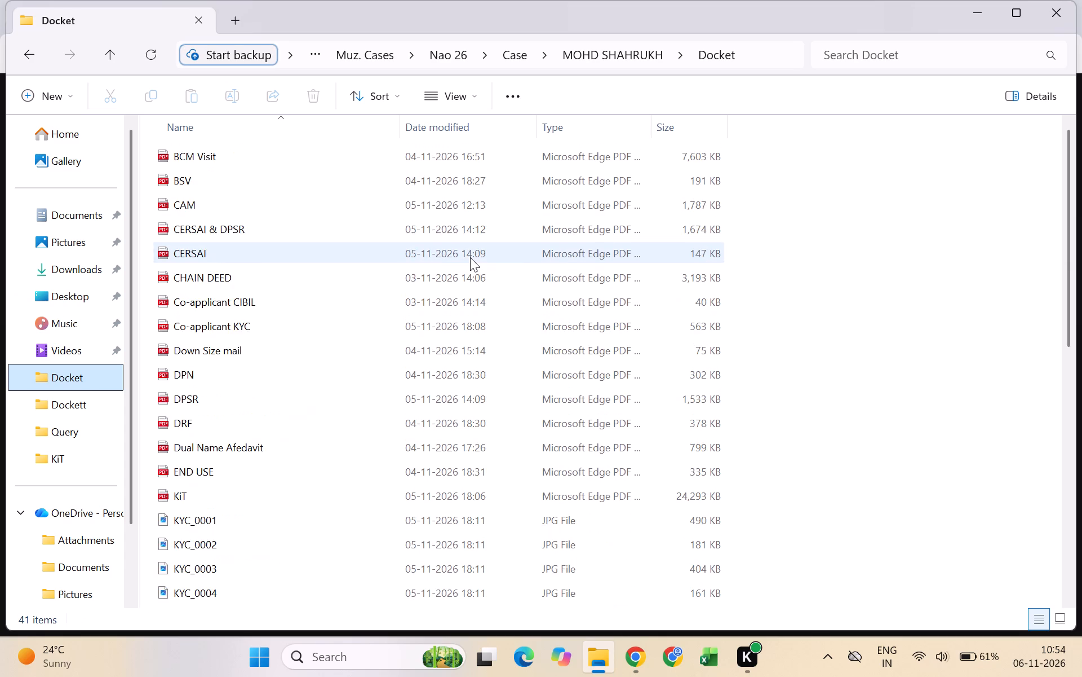
In File Explorer, look through the case documents in the applicant's Docket folder.
{"action": "scroll", "coordinate": [307, 336], "scroll_direction": "right", "scroll_amount": 1}
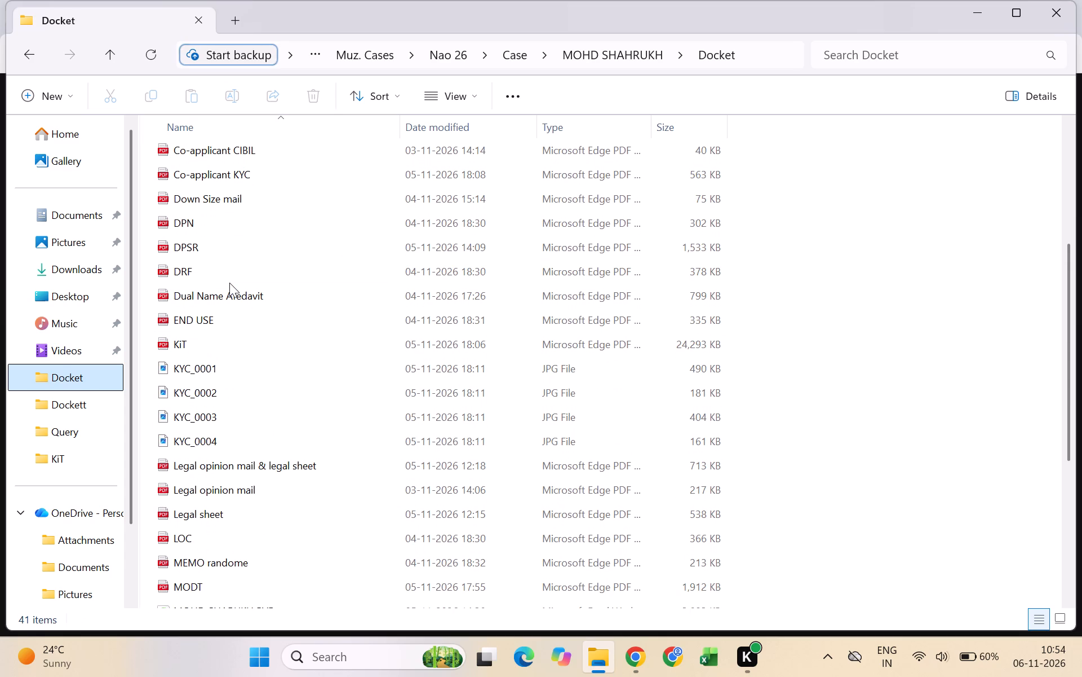
{"action": "left_click", "coordinate": [83, 376]}
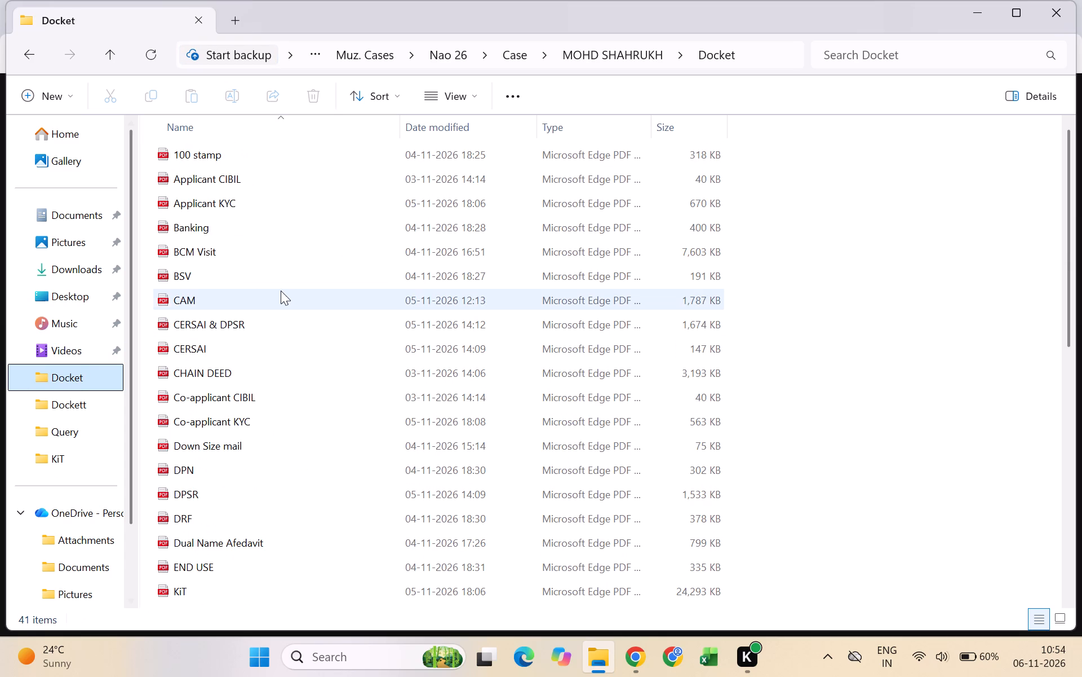
{"action": "scroll", "coordinate": [285, 293], "scroll_direction": "up", "scroll_amount": 6}
{"action": "scroll", "coordinate": [318, 453], "scroll_direction": "down", "scroll_amount": 15}
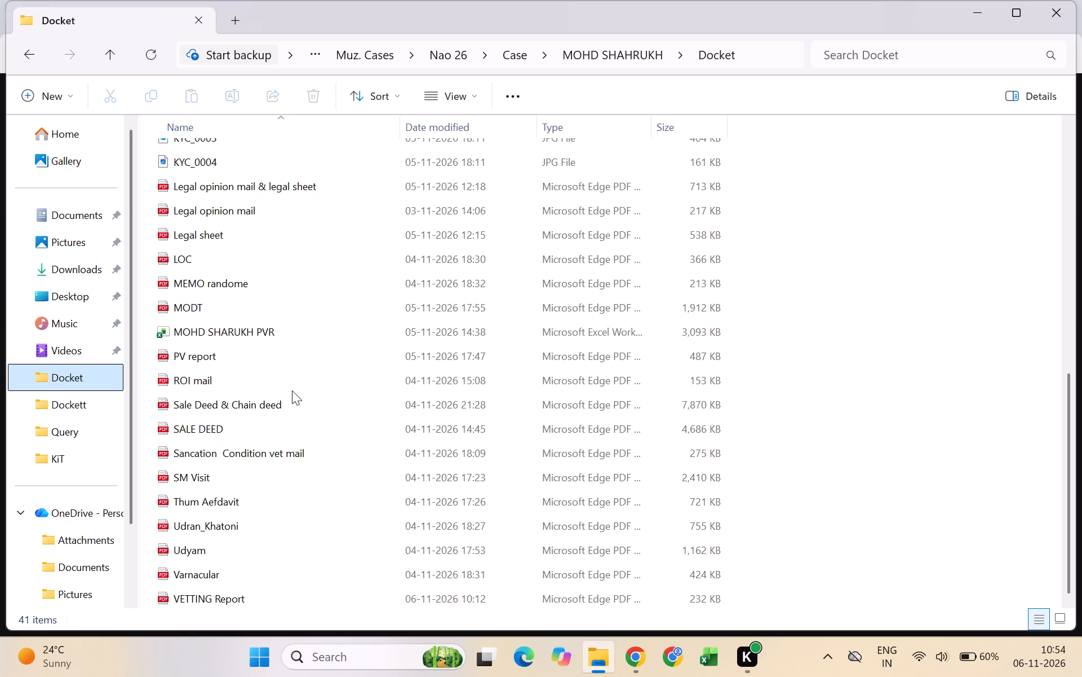
{"action": "scroll", "coordinate": [248, 309], "scroll_direction": "down", "scroll_amount": 4}
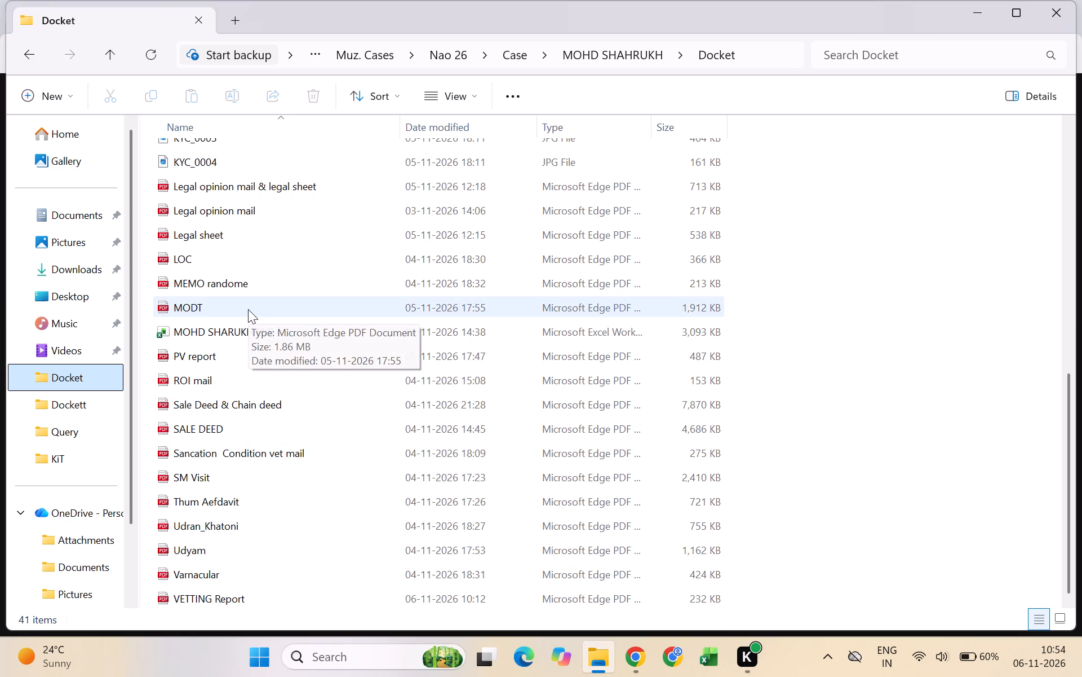